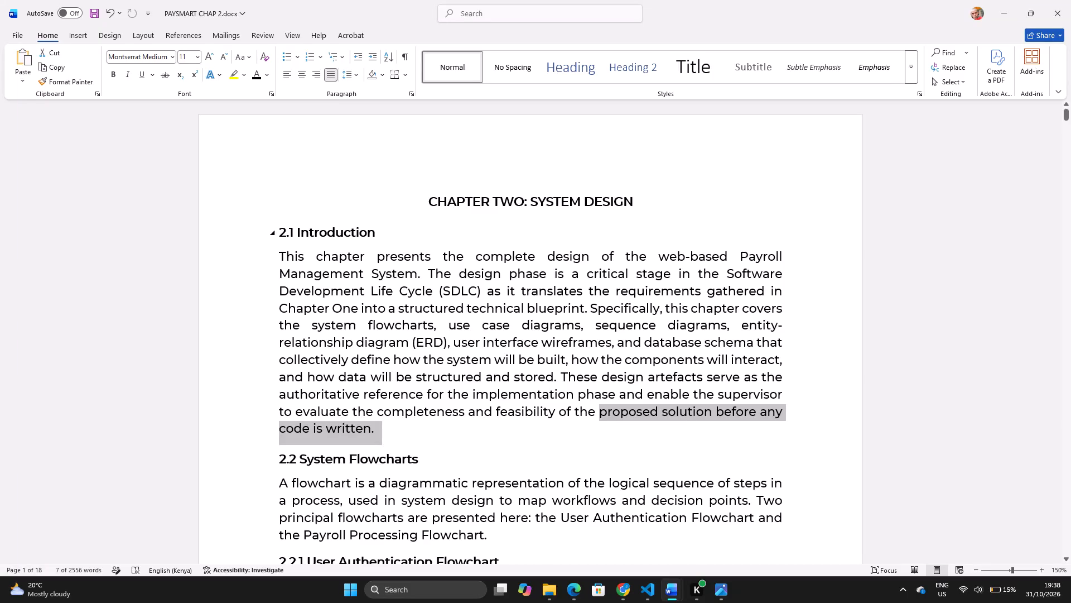
Examine the payroll processing flowchart and the use case diagram in sections 2.2 and 2.3 of the Chapter Two document.
scroll(628, 324, down, 19)
scroll(597, 286, down, 3)
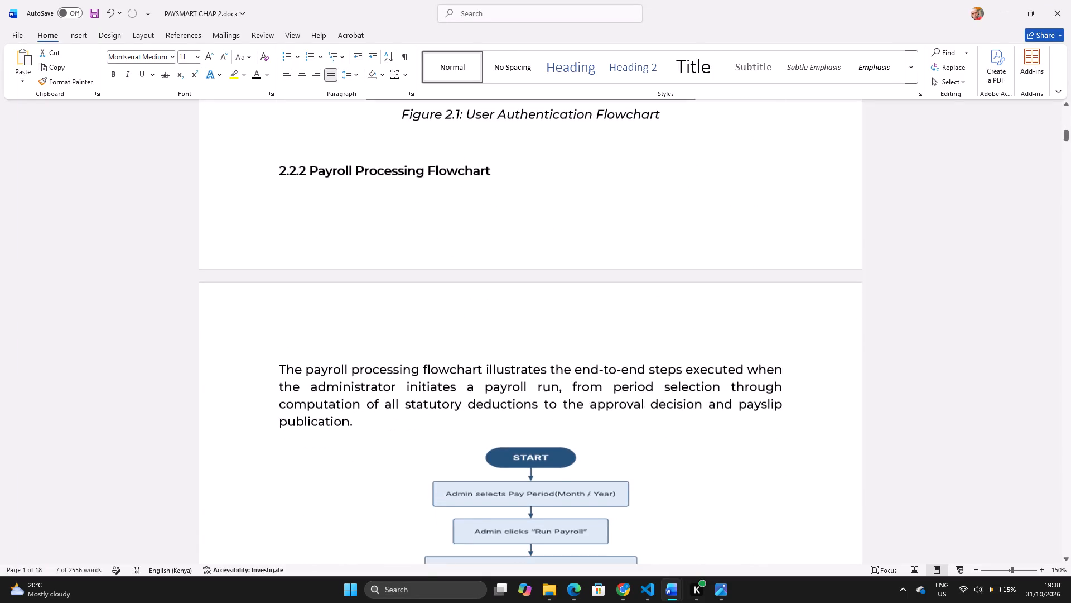
scroll(601, 280, down, 3)
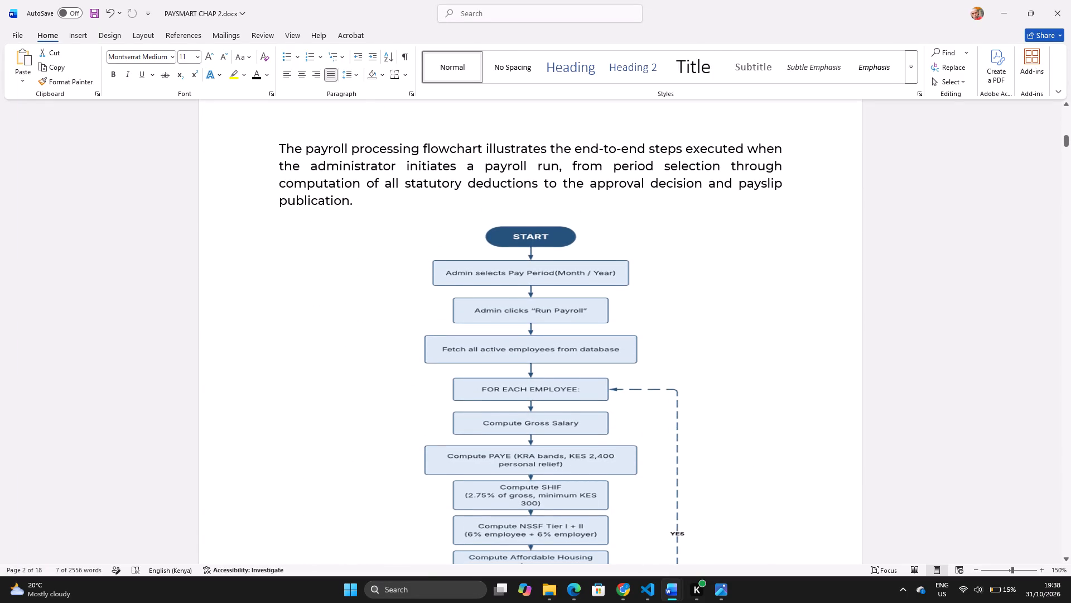
scroll(601, 280, down, 3)
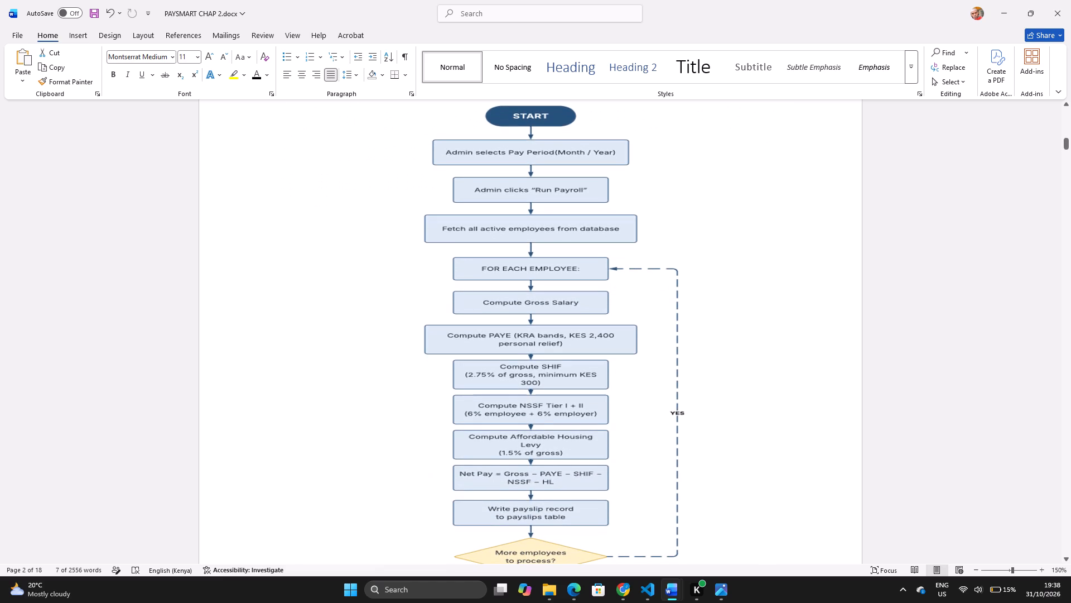
click(460, 148)
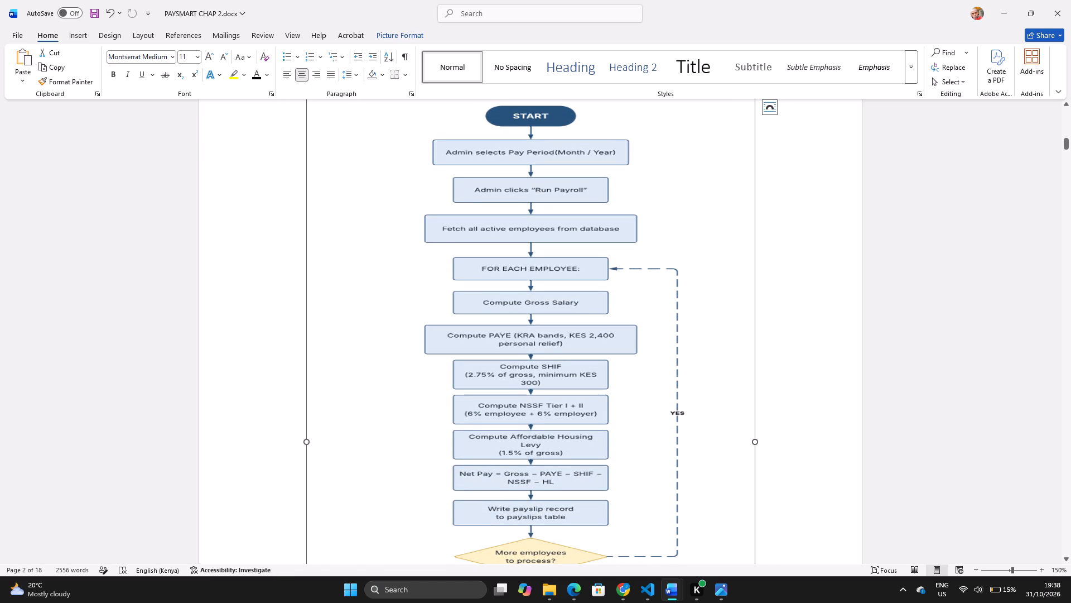
scroll(653, 289, down, 6)
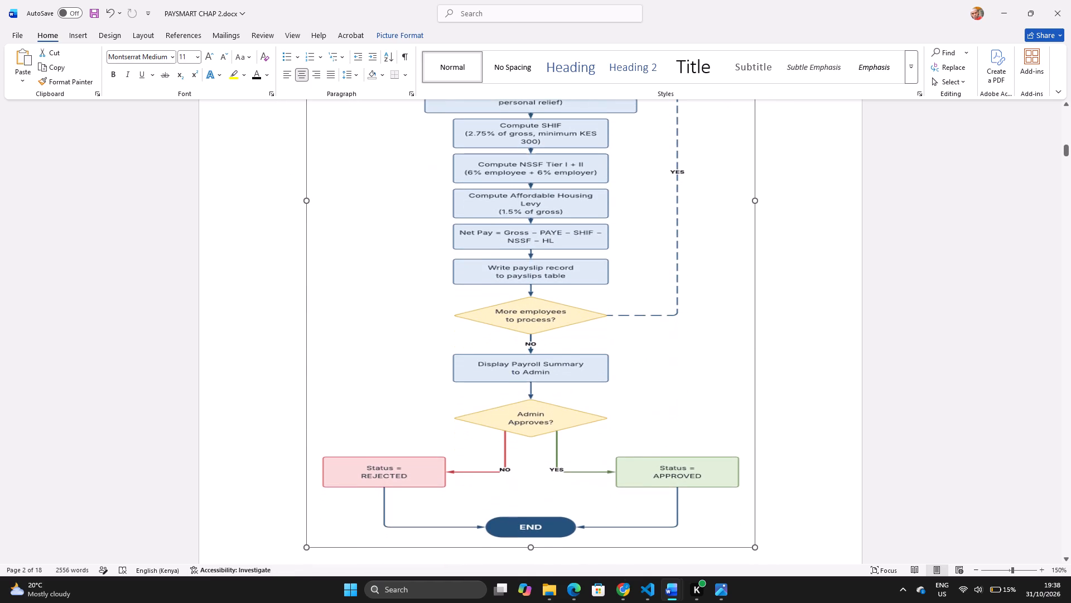
scroll(652, 289, down, 13)
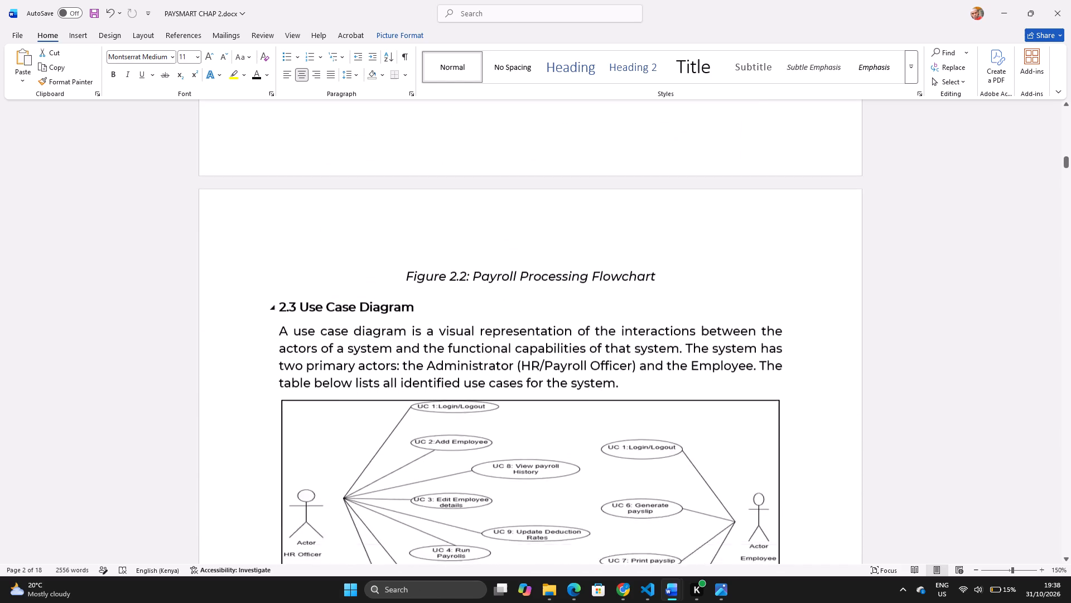
scroll(645, 286, down, 3)
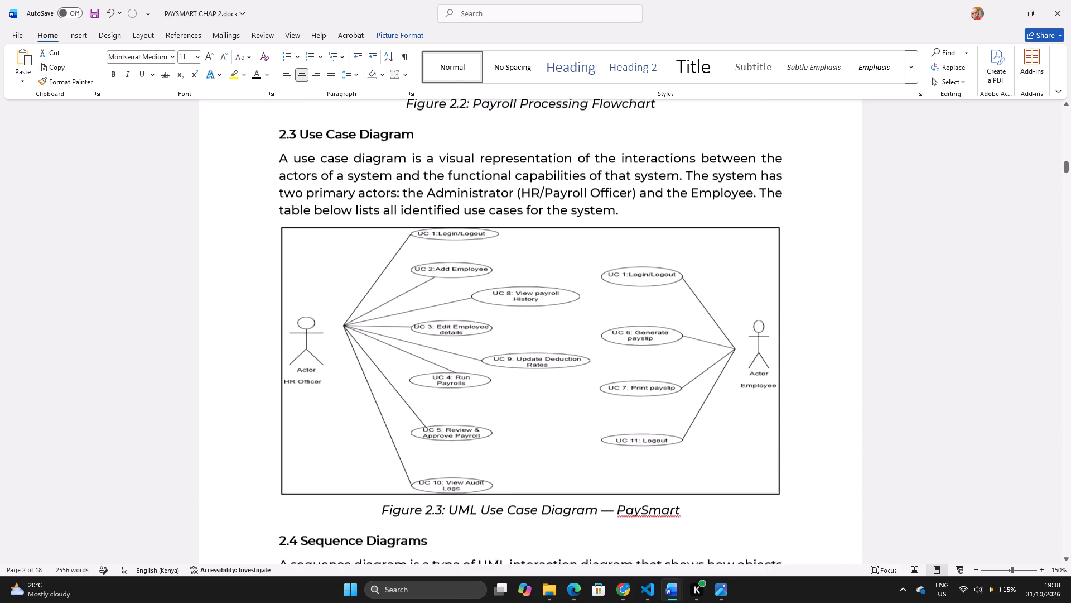
scroll(645, 286, down, 11)
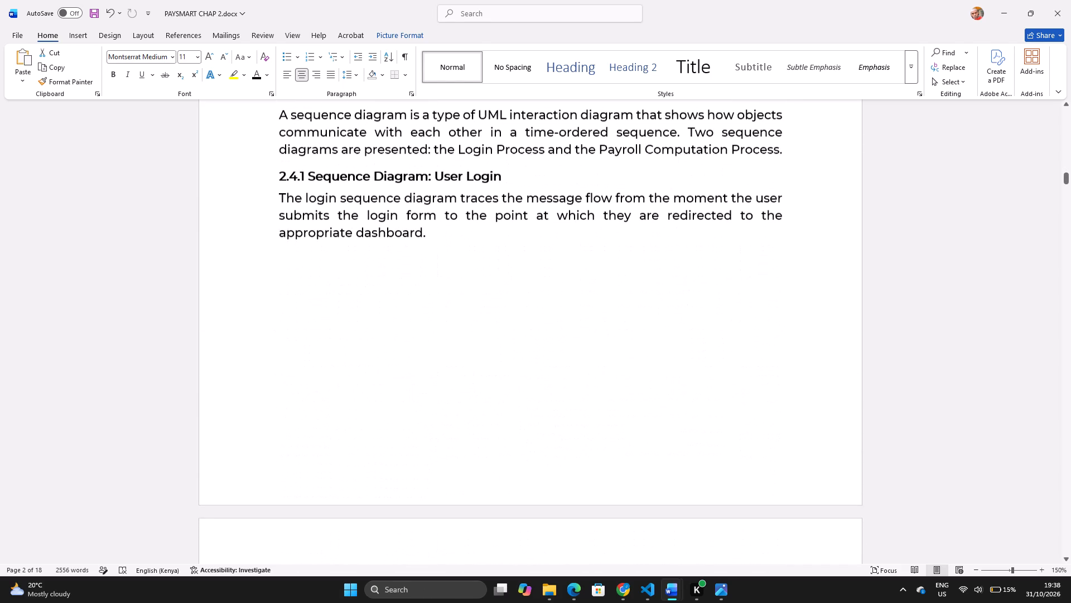
scroll(645, 286, up, 8)
scroll(645, 286, up, 19)
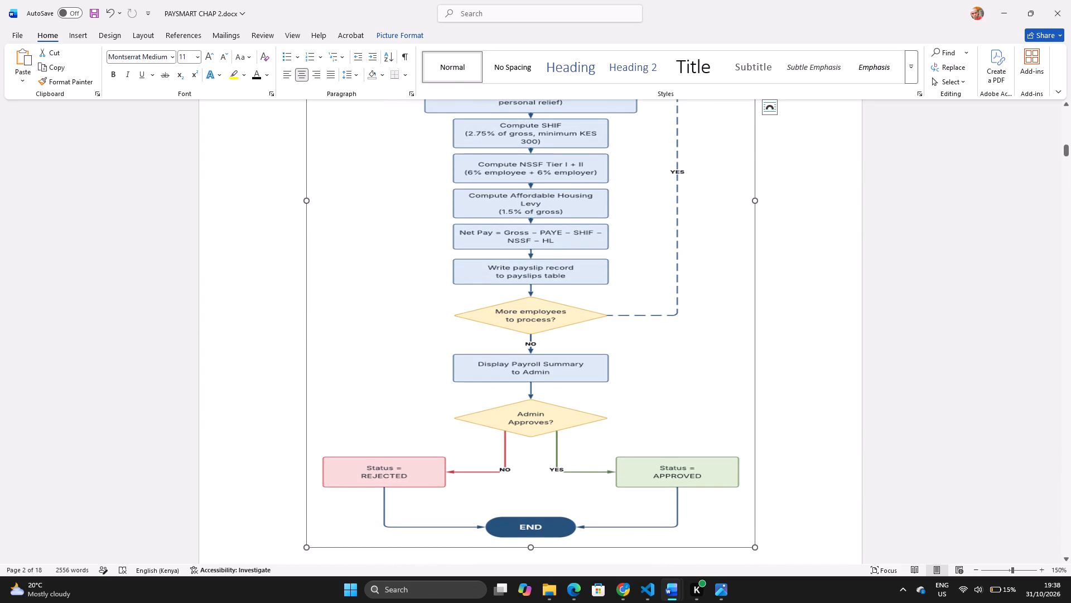
scroll(619, 251, up, 4)
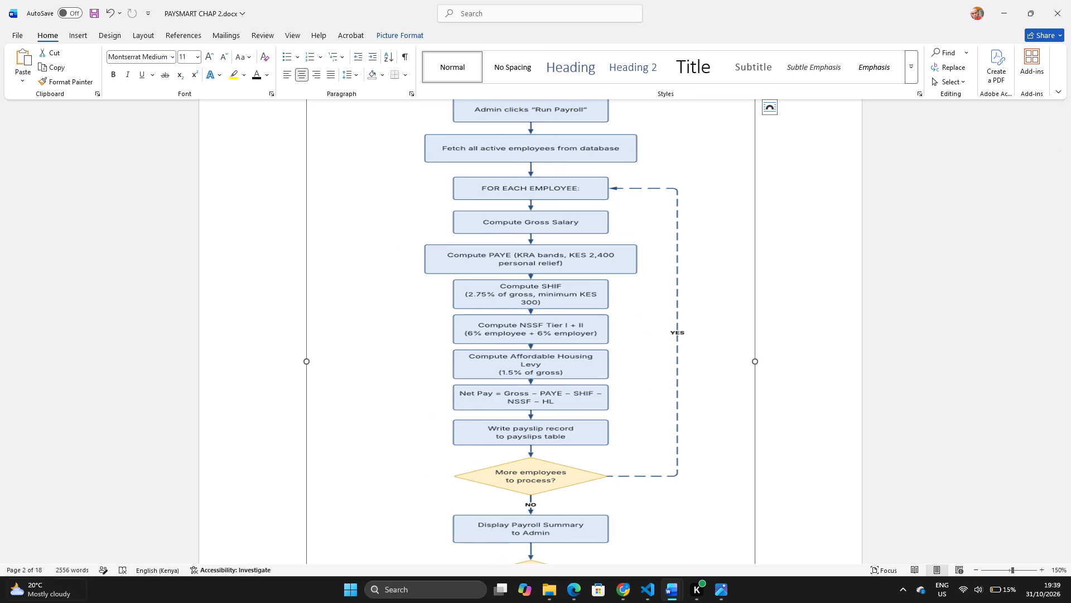
Review the sequence diagrams and the interface wireframe figures, ending at the Admin Dashboard wireframe, Figure 2.8.
scroll(673, 406, down, 2)
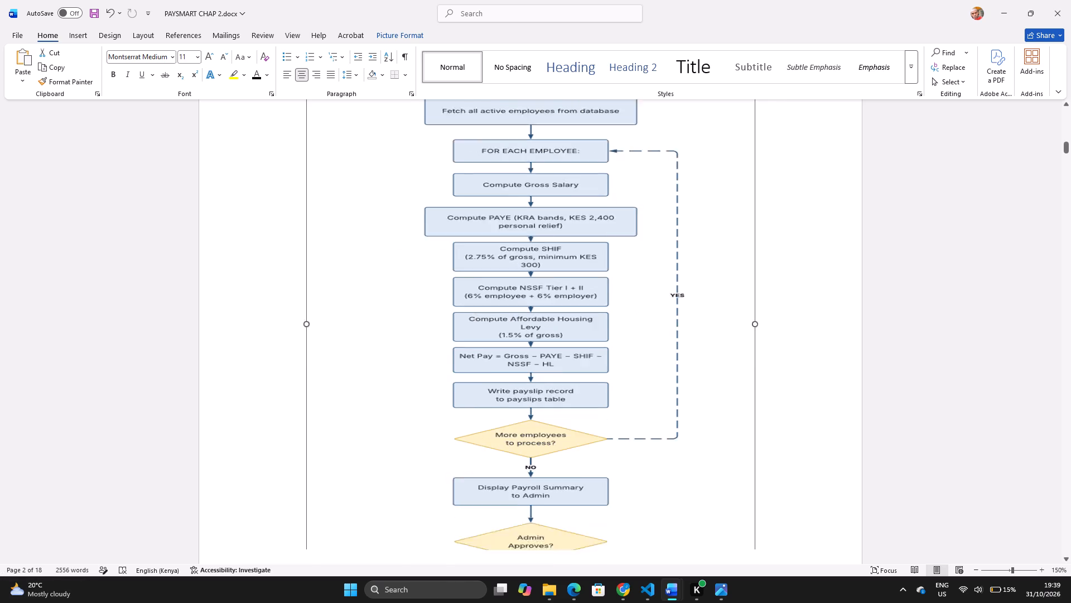
scroll(673, 406, down, 11)
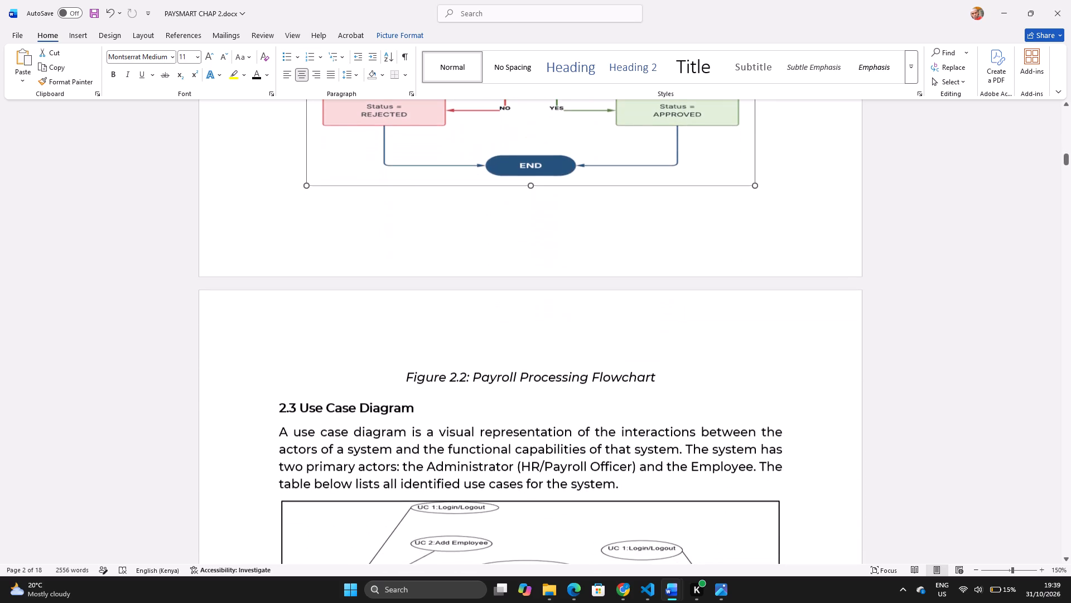
scroll(655, 408, down, 20)
scroll(655, 408, down, 9)
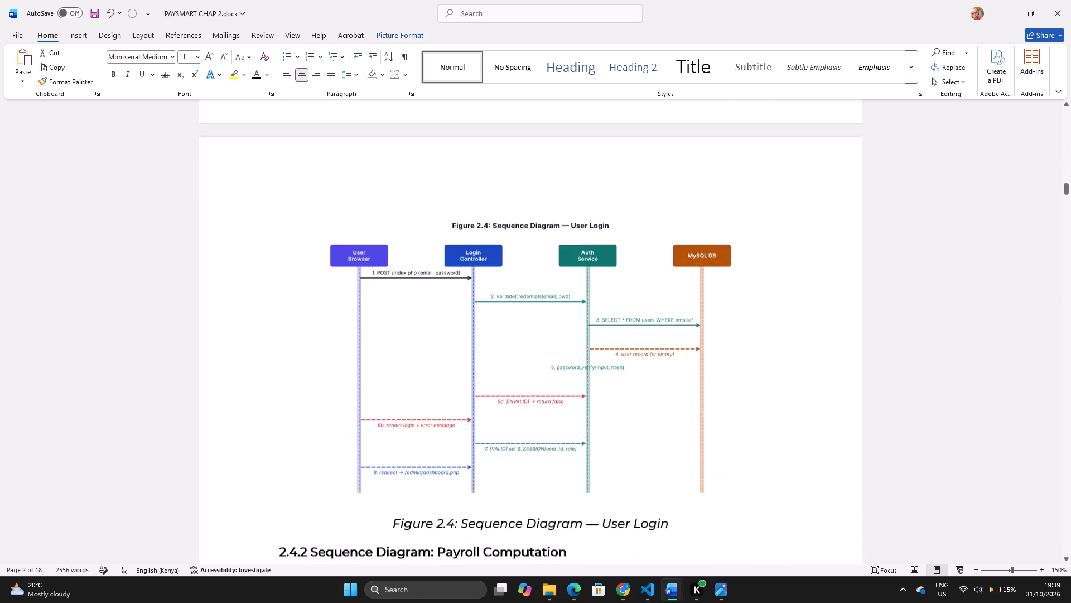
scroll(655, 388, down, 3)
scroll(653, 390, up, 2)
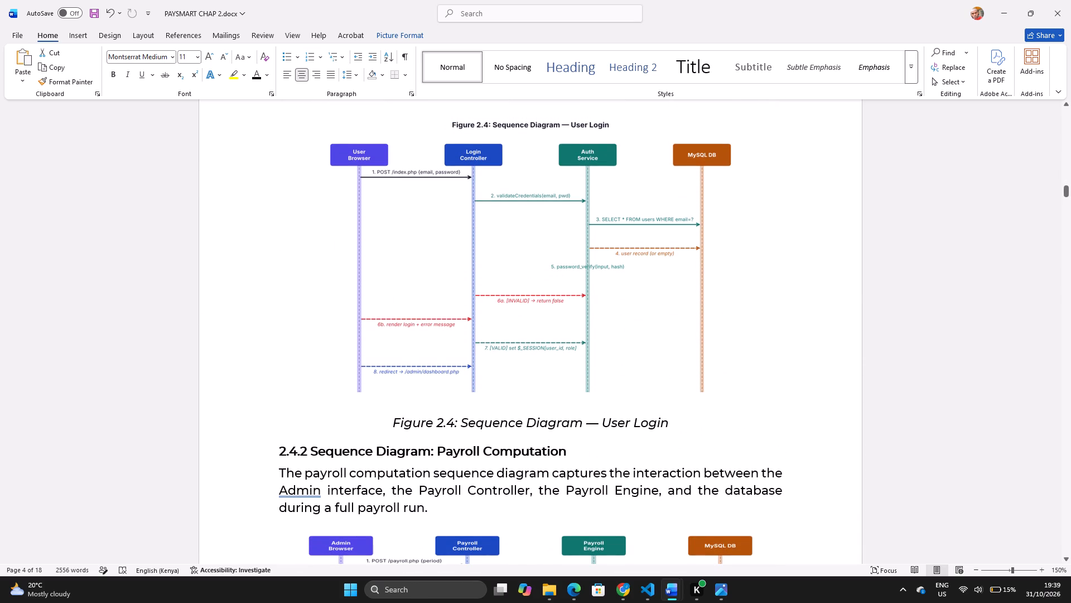
scroll(528, 293, down, 16)
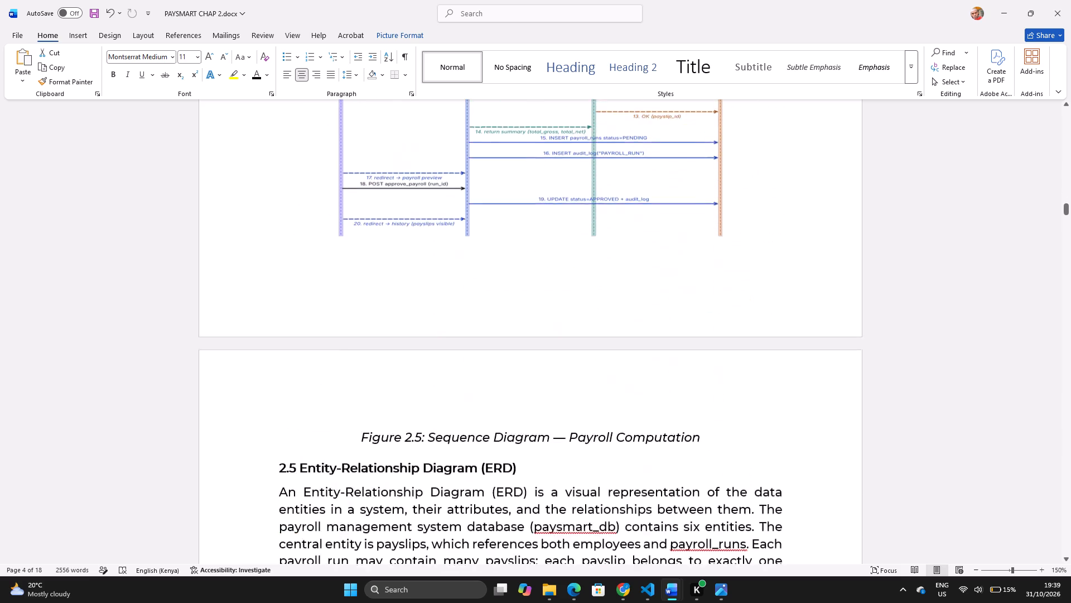
scroll(525, 291, down, 20)
scroll(525, 291, down, 13)
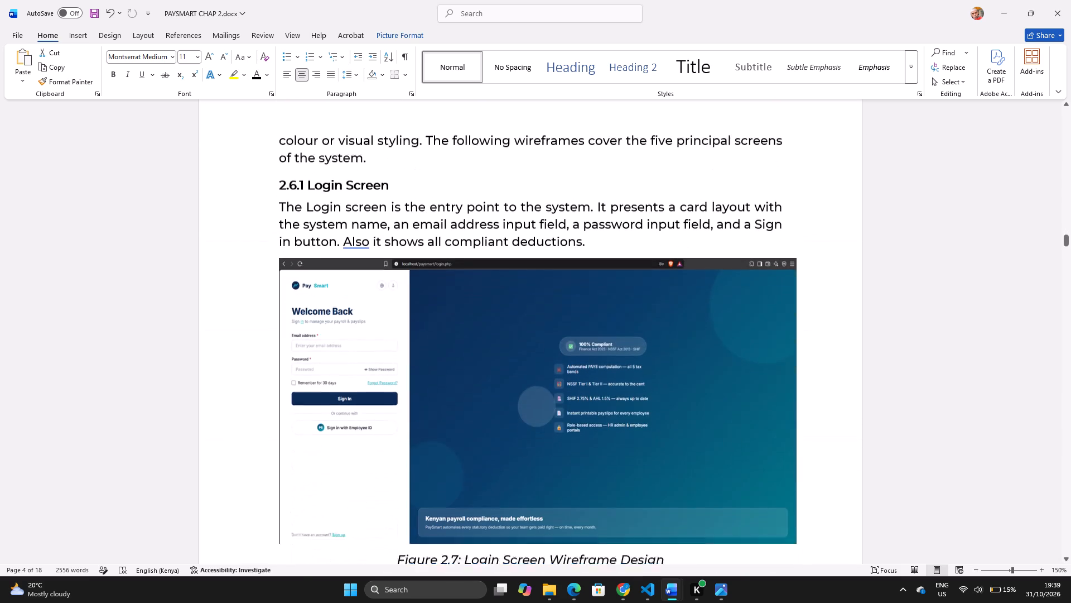
scroll(524, 291, down, 10)
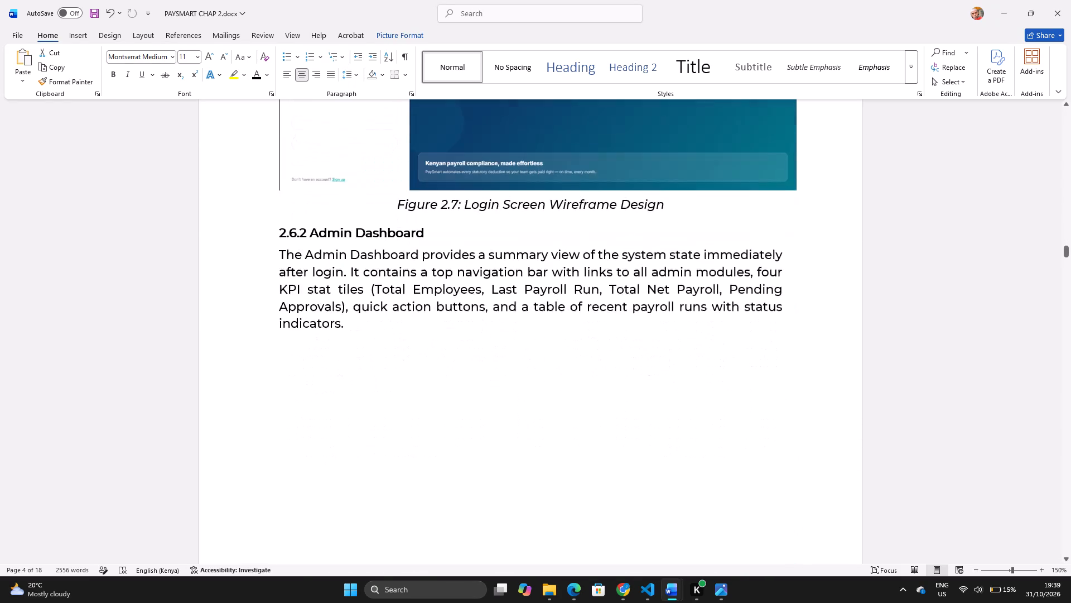
scroll(524, 291, down, 13)
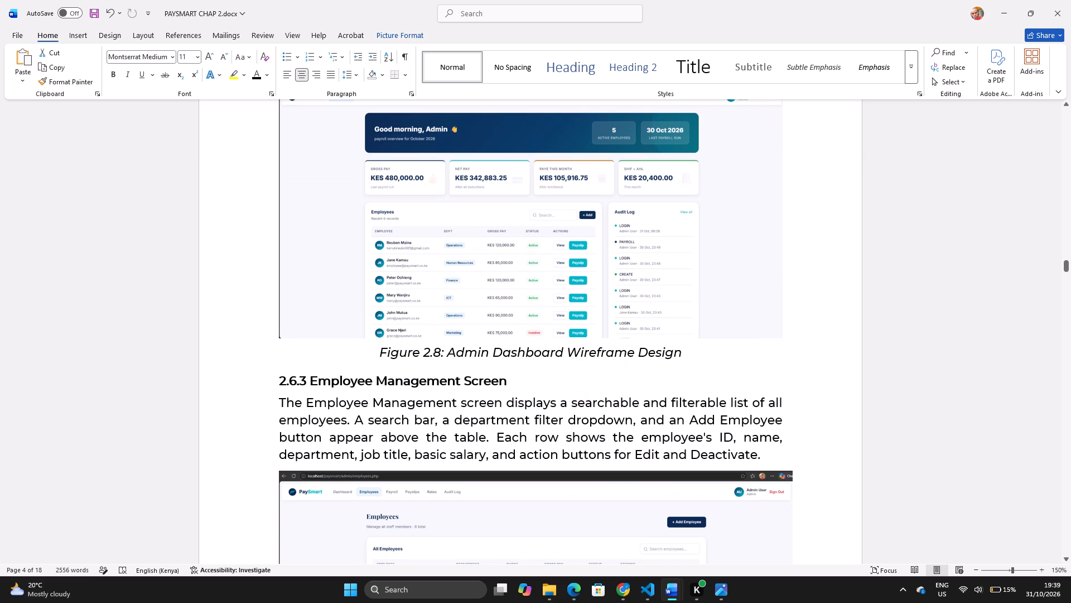
scroll(524, 291, up, 2)
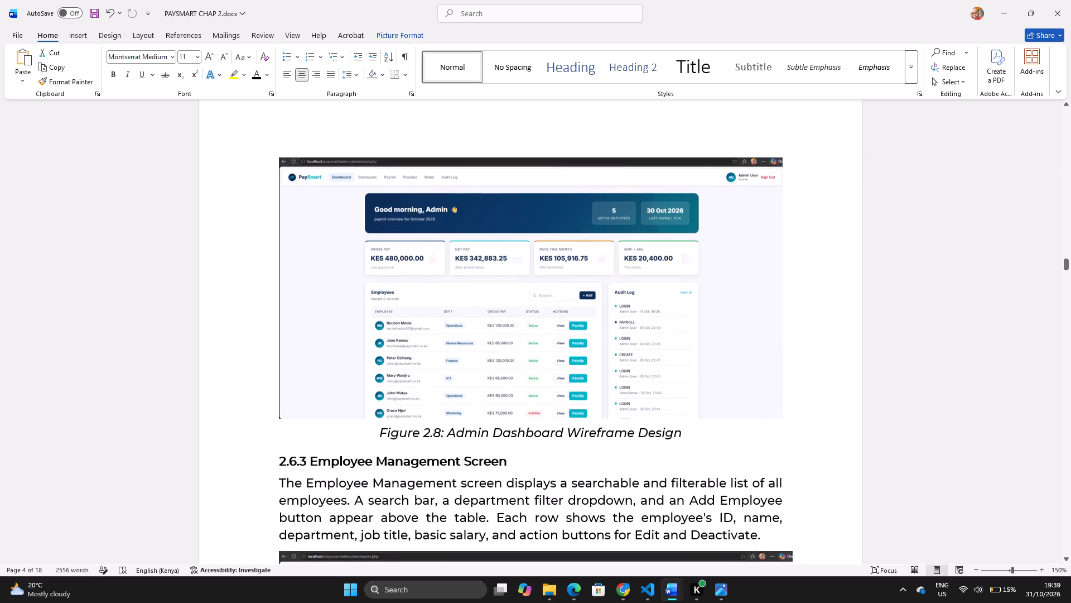
scroll(524, 291, up, 1)
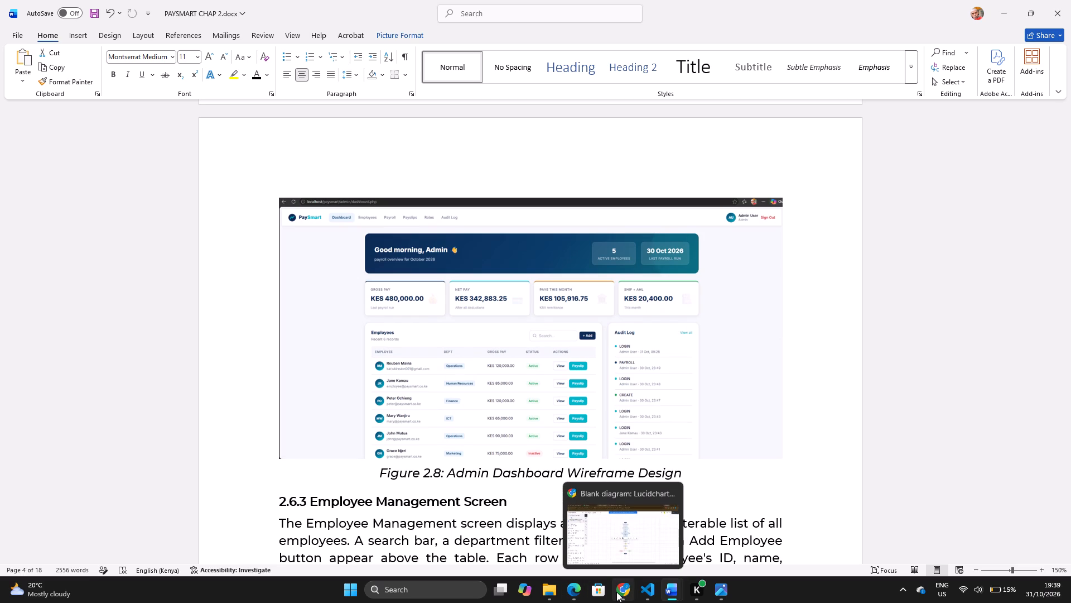
click(609, 538)
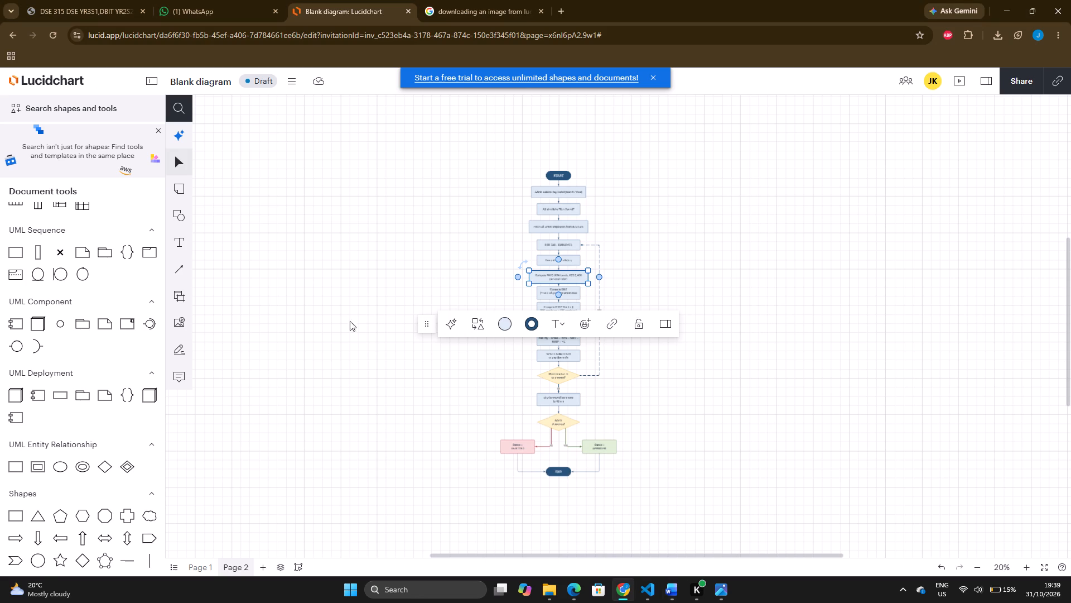
click(195, 566)
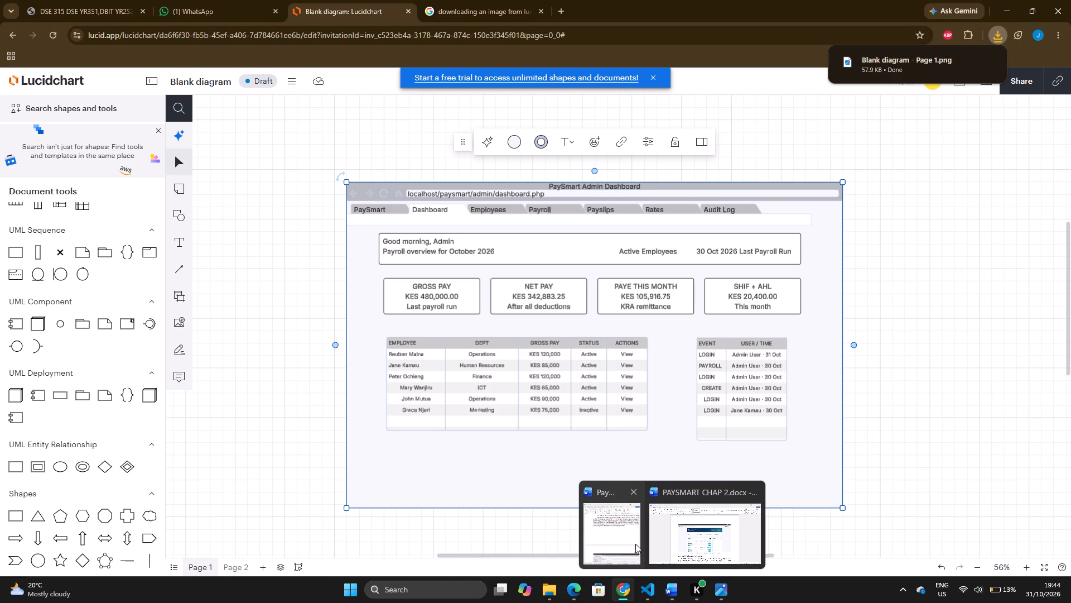
Switch to PAYSMART CHAP 2.docx in Word and replace the Figure 2.8 picture with Blank diagram - Page 1.png from Downloads.
click(655, 539)
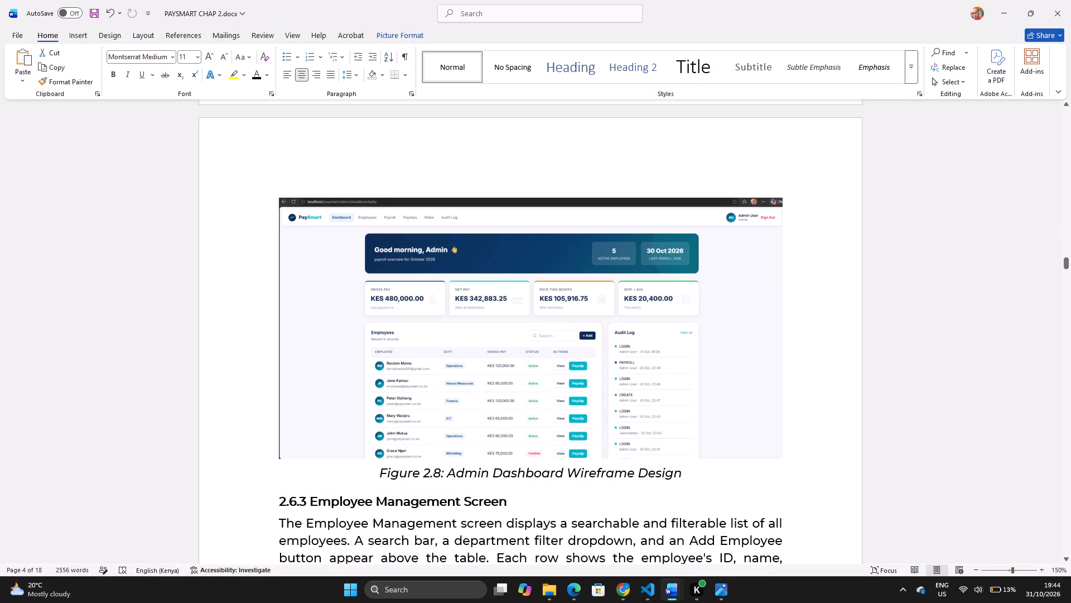
scroll(555, 397, up, 8)
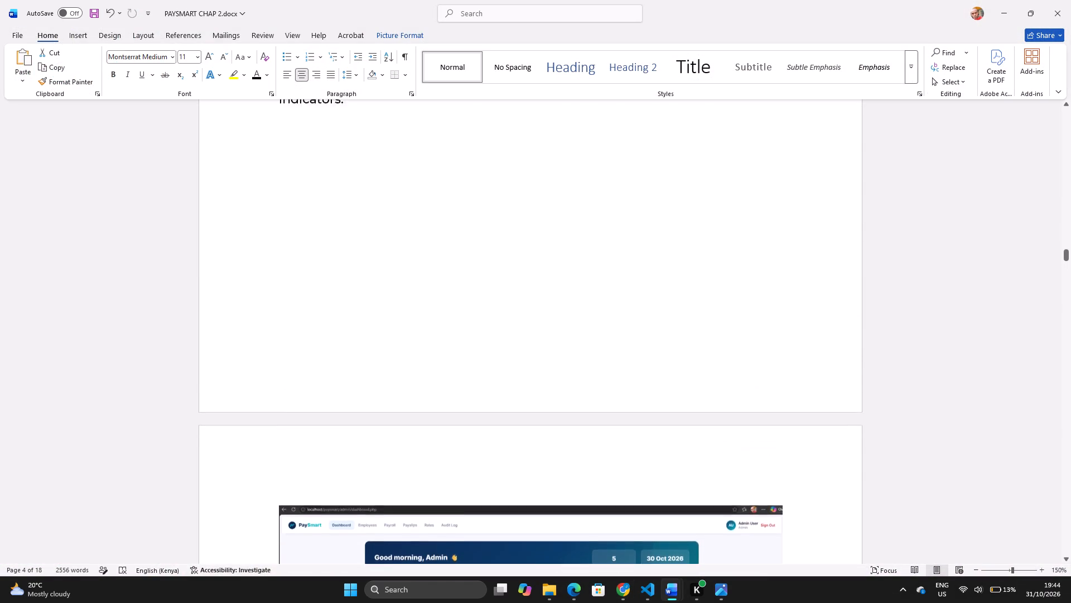
scroll(555, 396, up, 19)
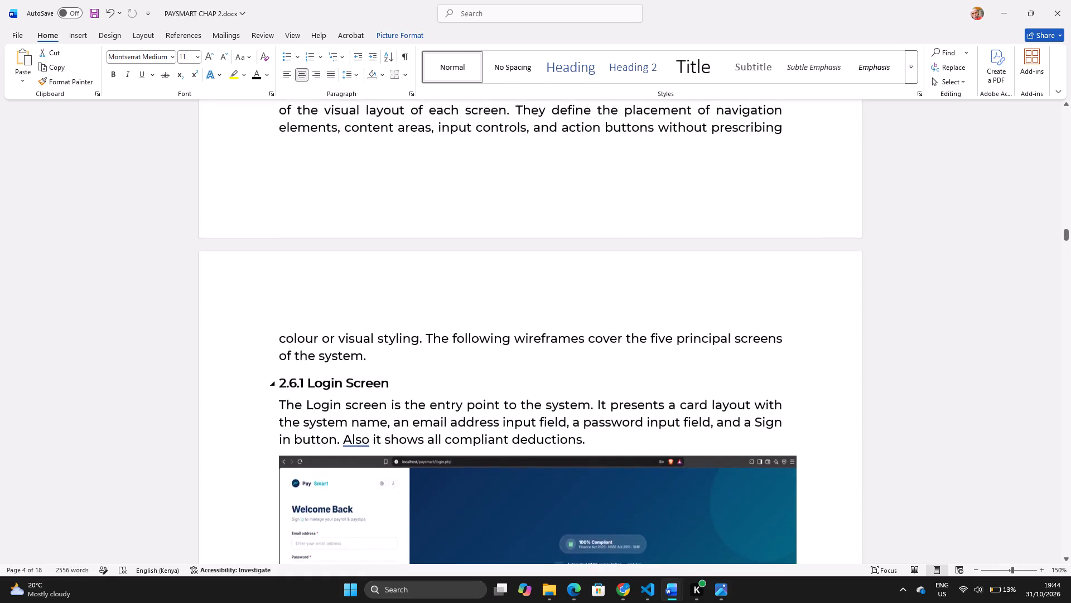
scroll(556, 394, down, 20)
scroll(556, 394, down, 7)
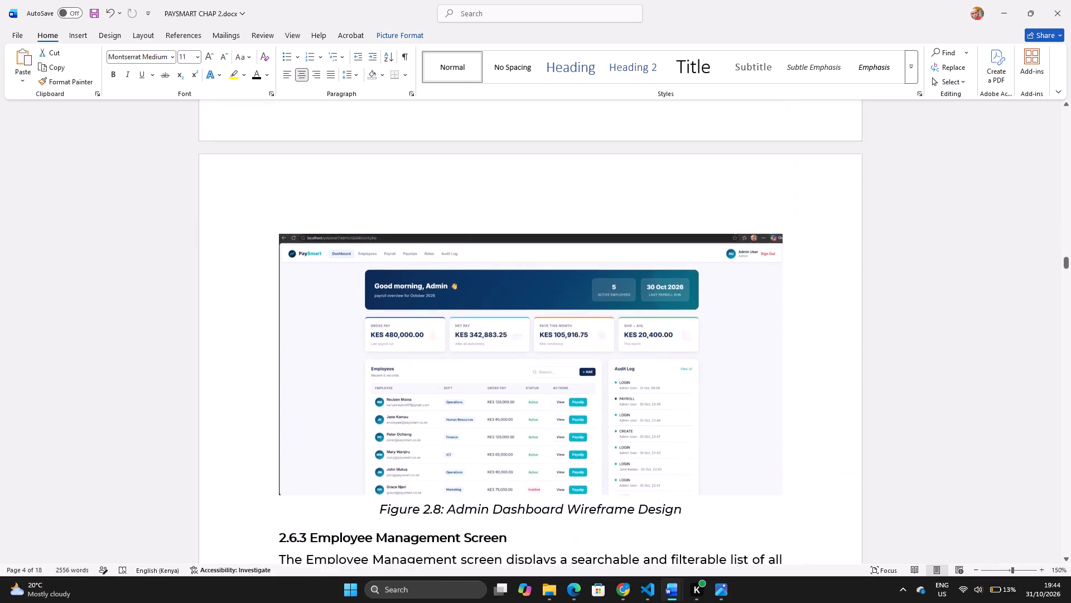
scroll(713, 328, down, 1)
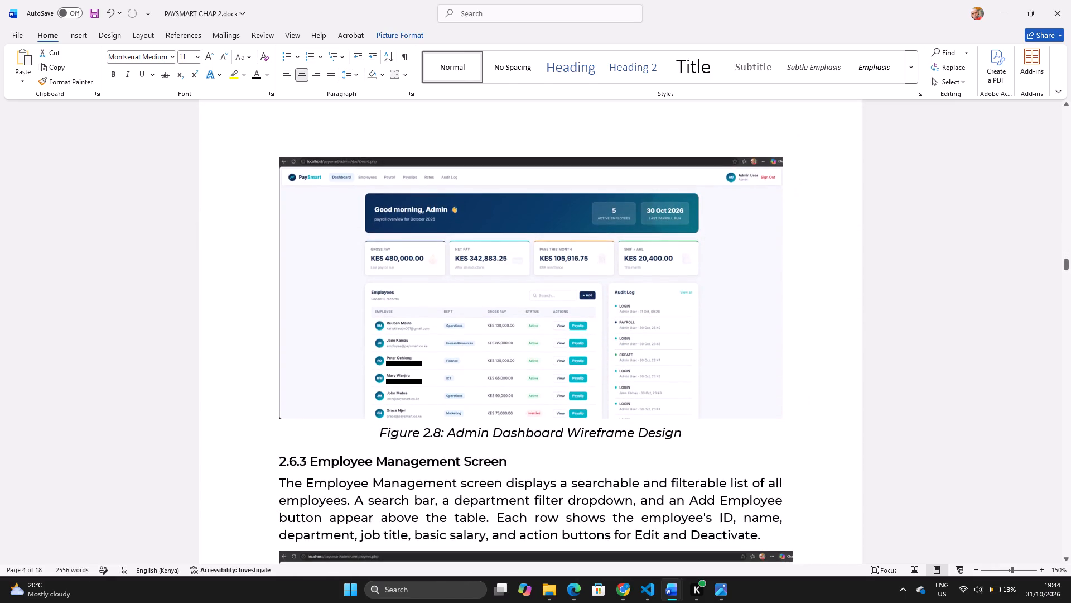
click(713, 328)
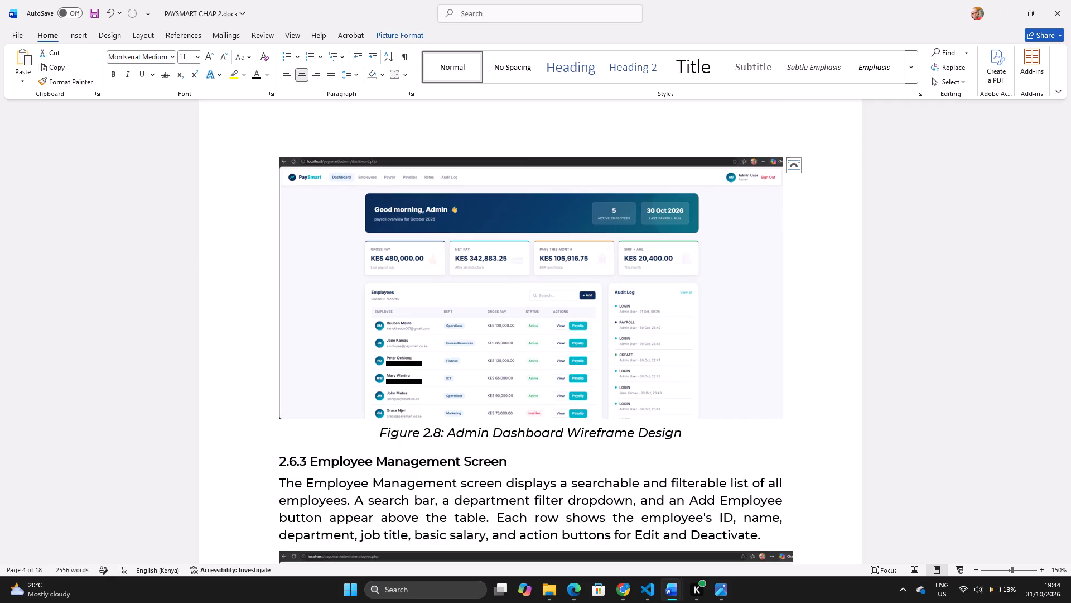
right_click(713, 328)
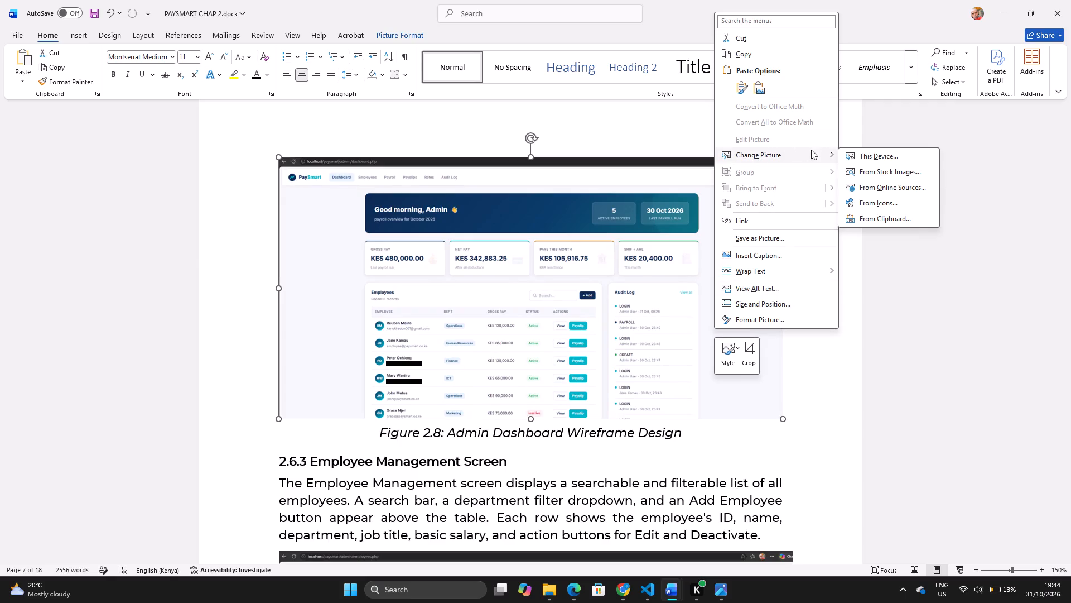
click(853, 155)
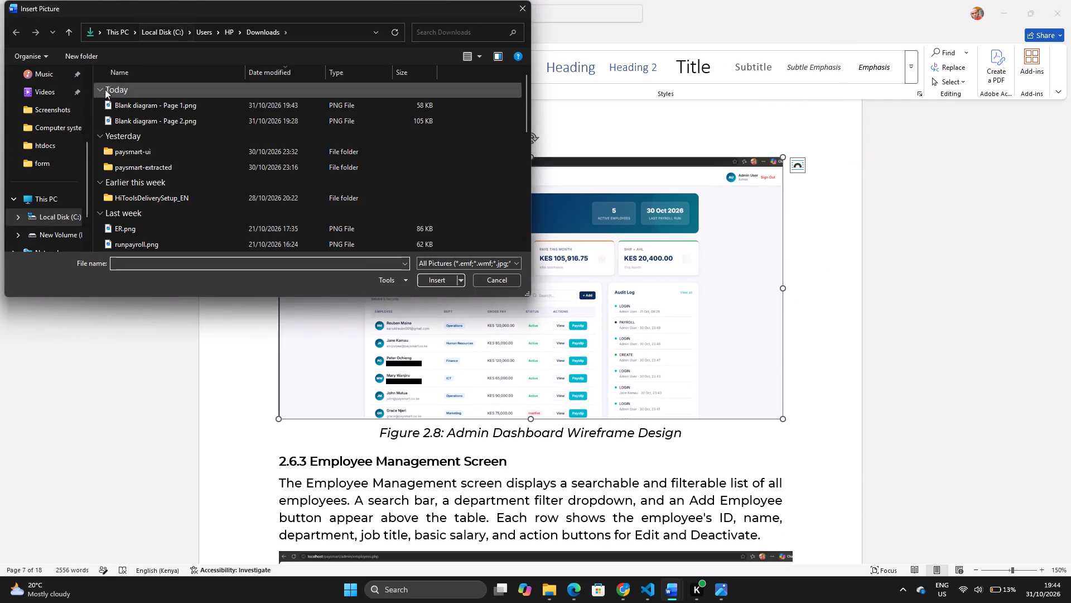
click(142, 106)
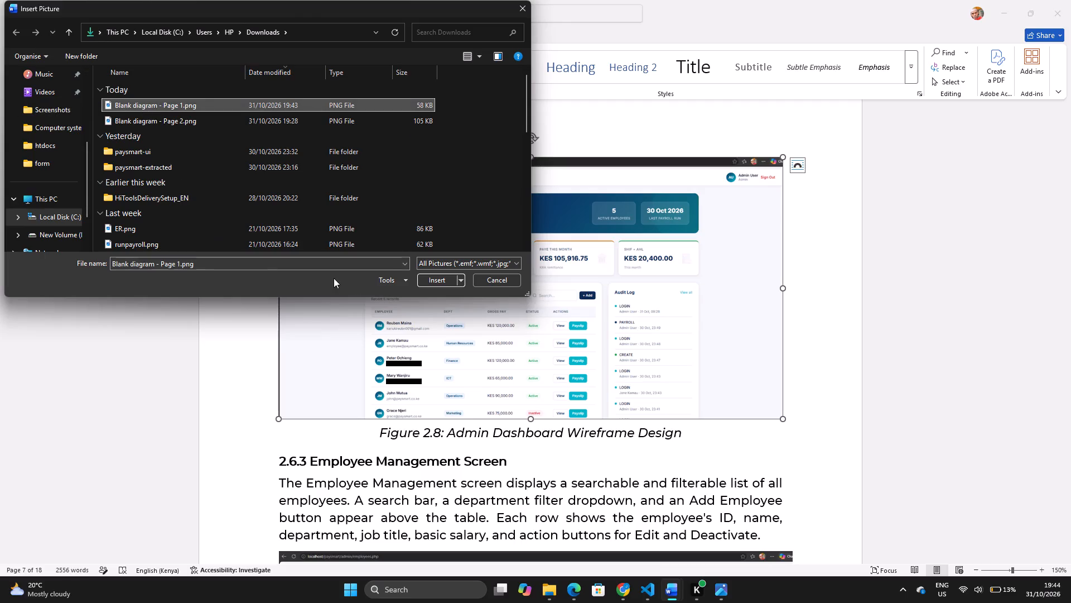
click(445, 279)
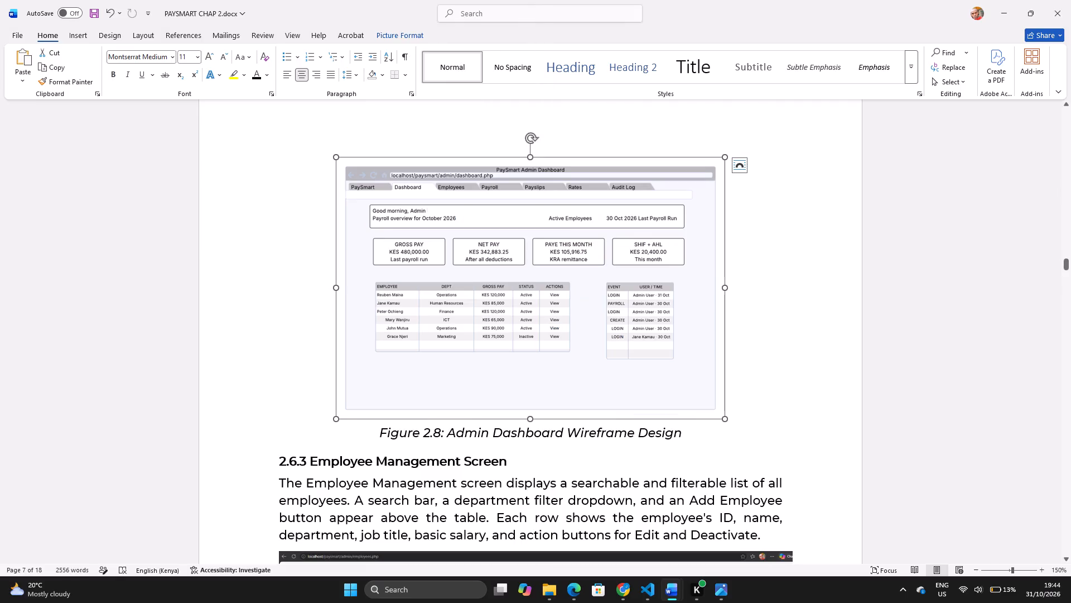
Widen the new Figure 2.8 dashboard wireframe picture on both sides so it spans the full text width.
drag(335, 288, 319, 286)
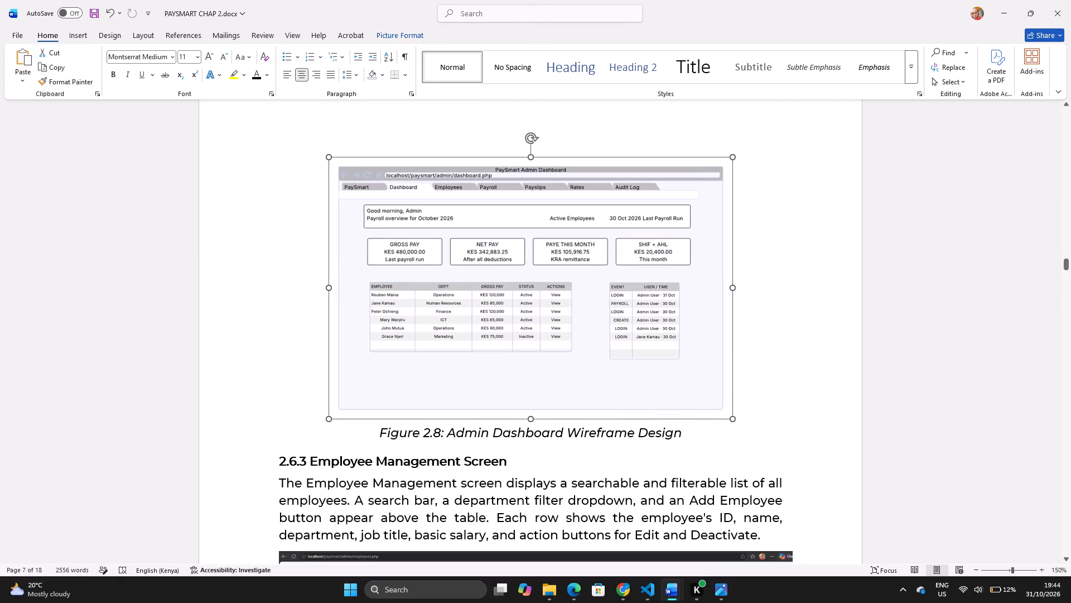
drag(319, 286, 243, 283)
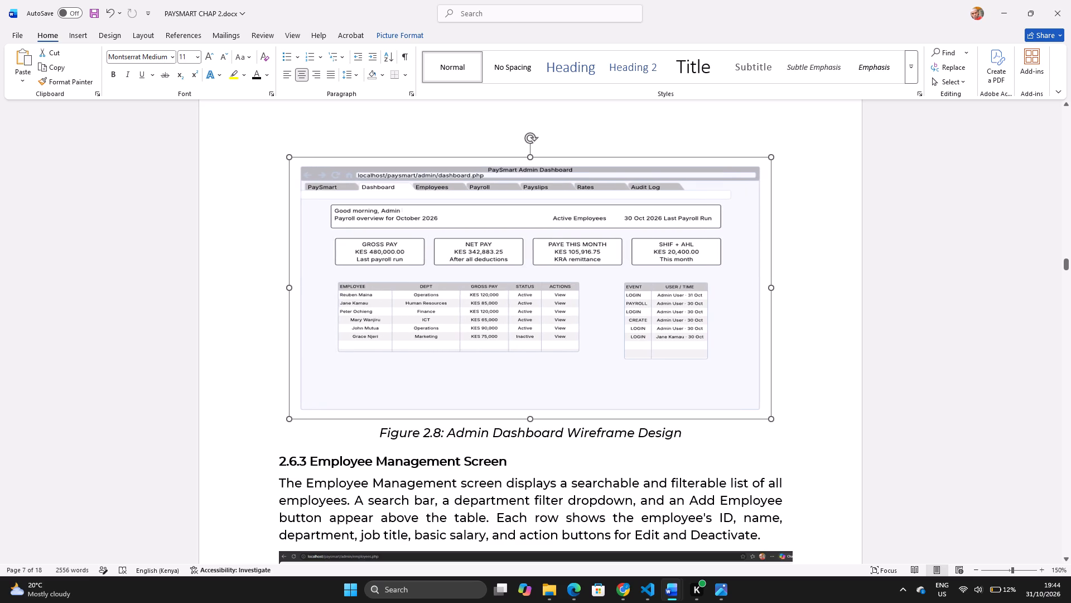
drag(243, 283, 221, 277)
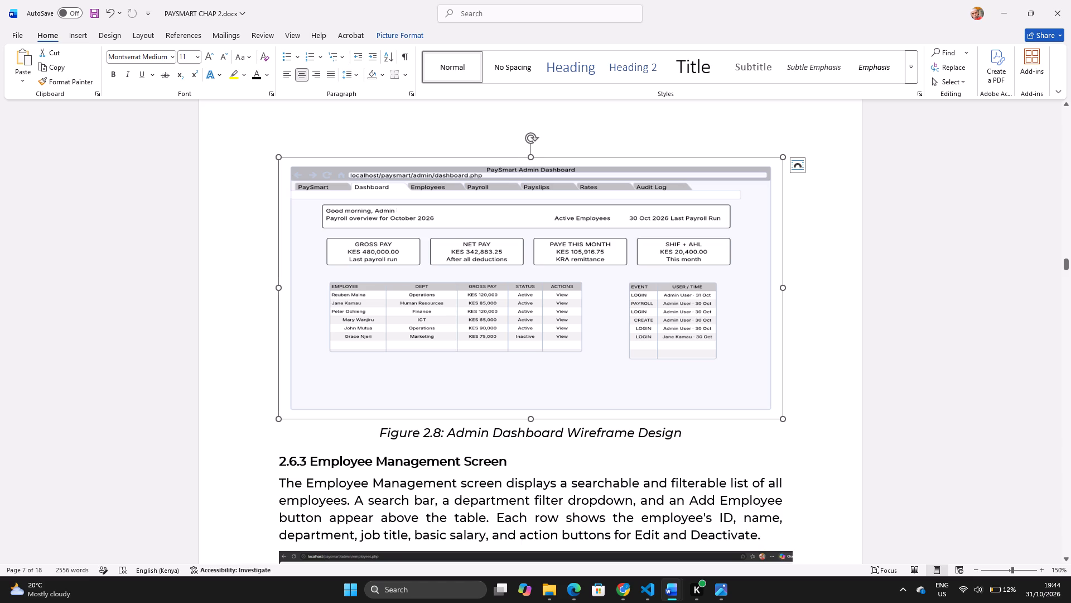
scroll(577, 330, up, 3)
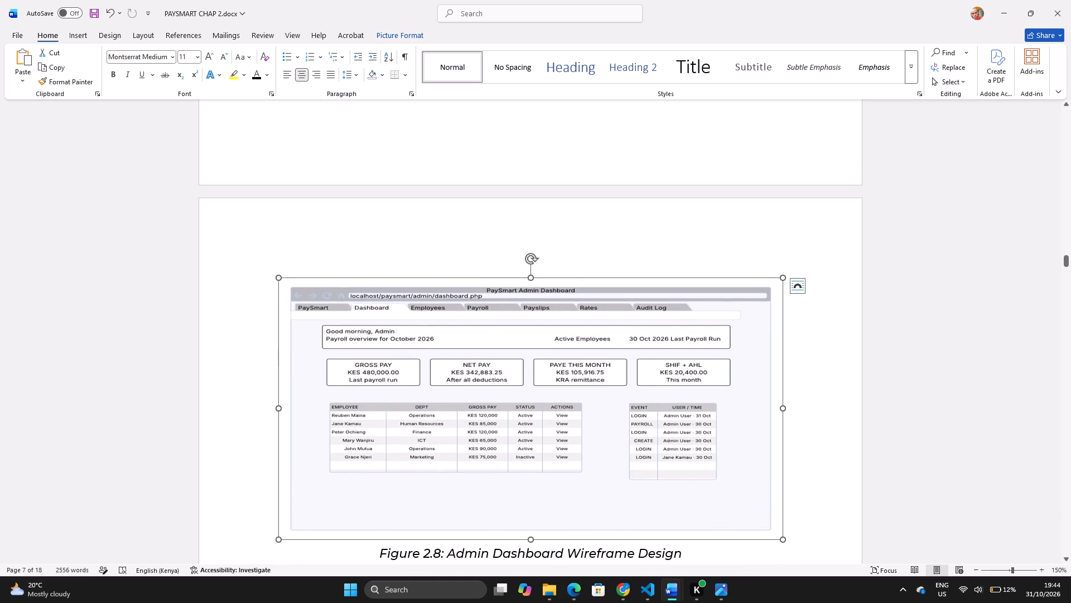
scroll(577, 329, down, 3)
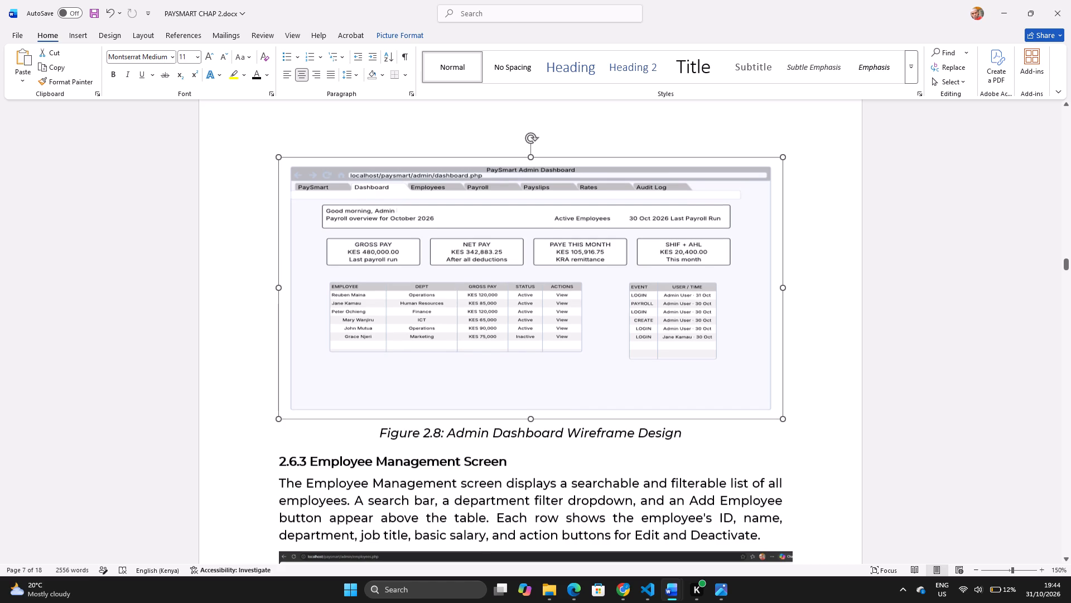
key(z)
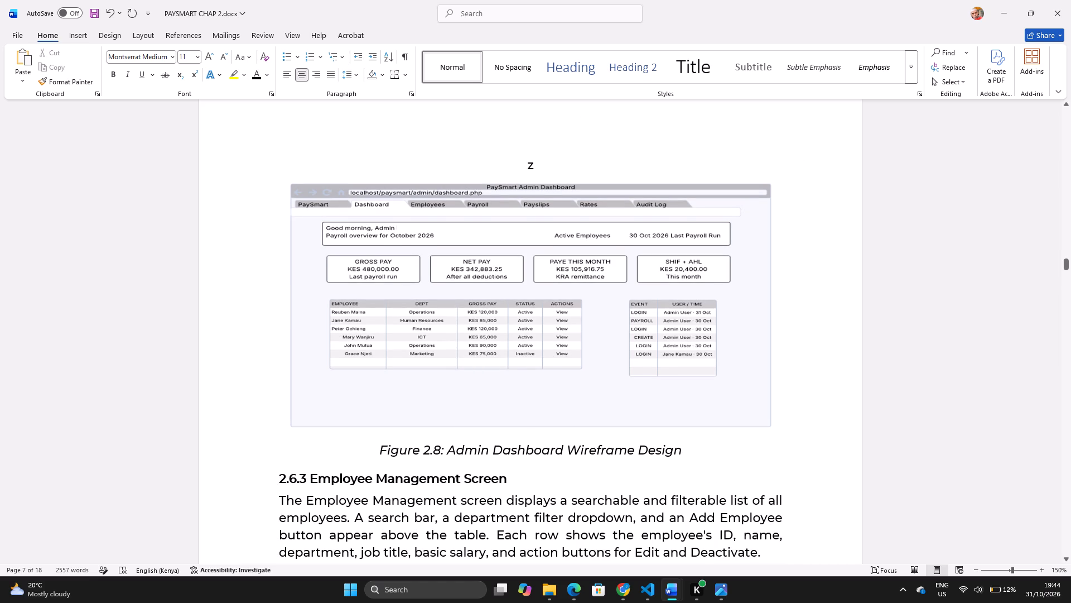
key(ctrl+z)
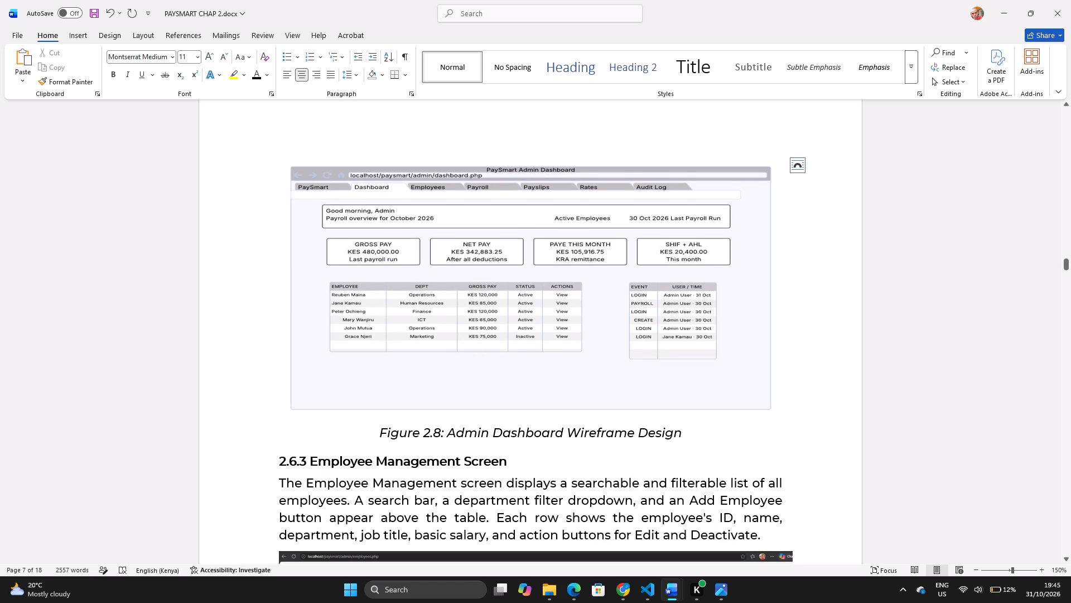
Stretch the Figure 2.8 wireframe picture slightly taller, keeping its full text width.
click(511, 207)
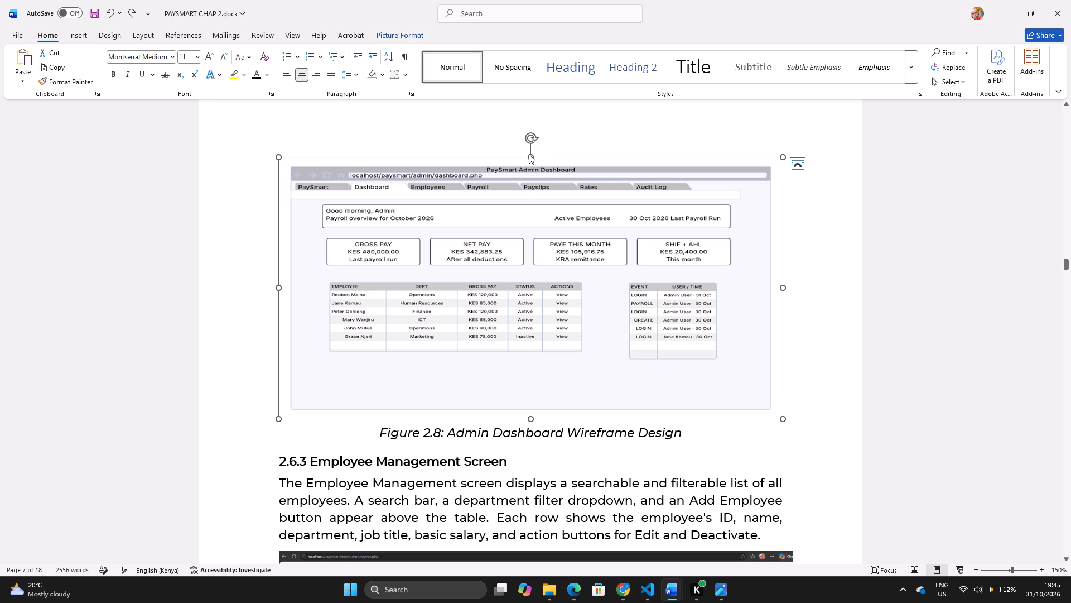
drag(532, 155, 533, 144)
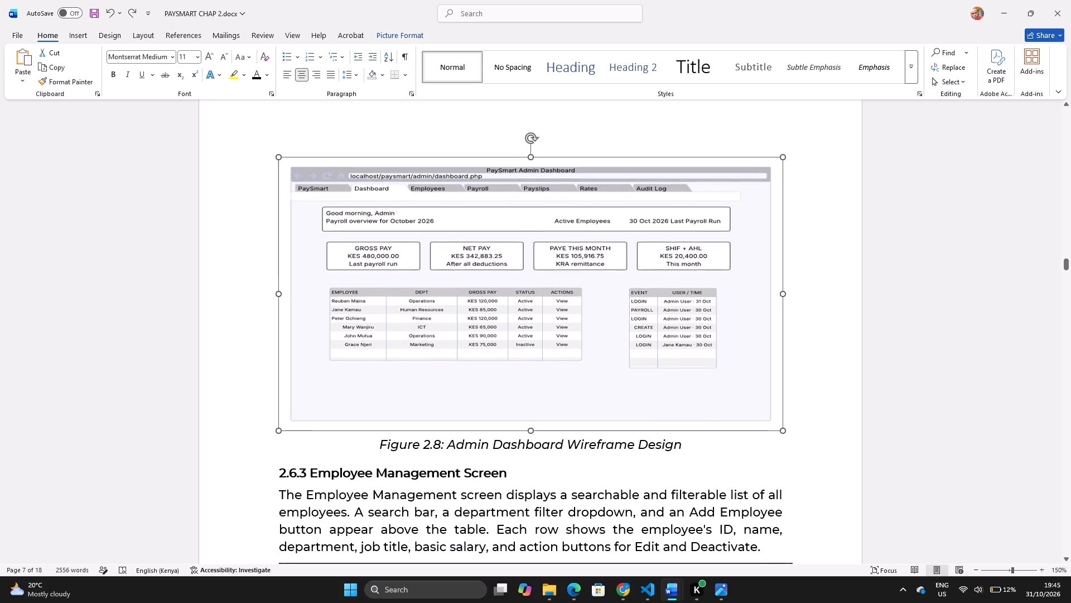
drag(533, 144, 535, 112)
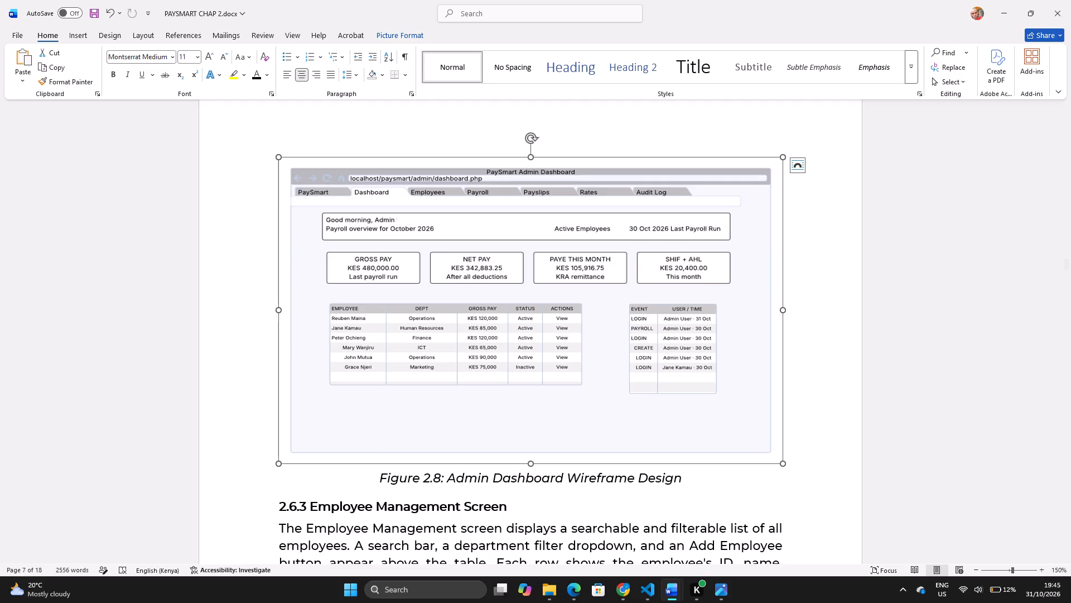
Copy the employee management screenshot above the Figure 2.9 caption in section 2.6.3.
scroll(501, 305, down, 3)
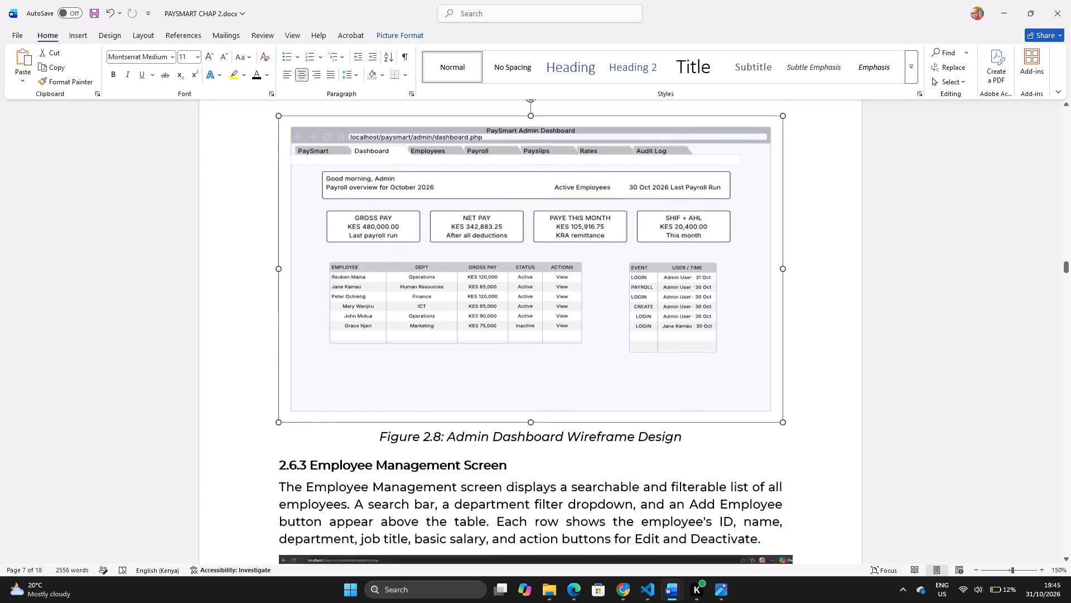
scroll(495, 301, down, 8)
scroll(493, 283, up, 6)
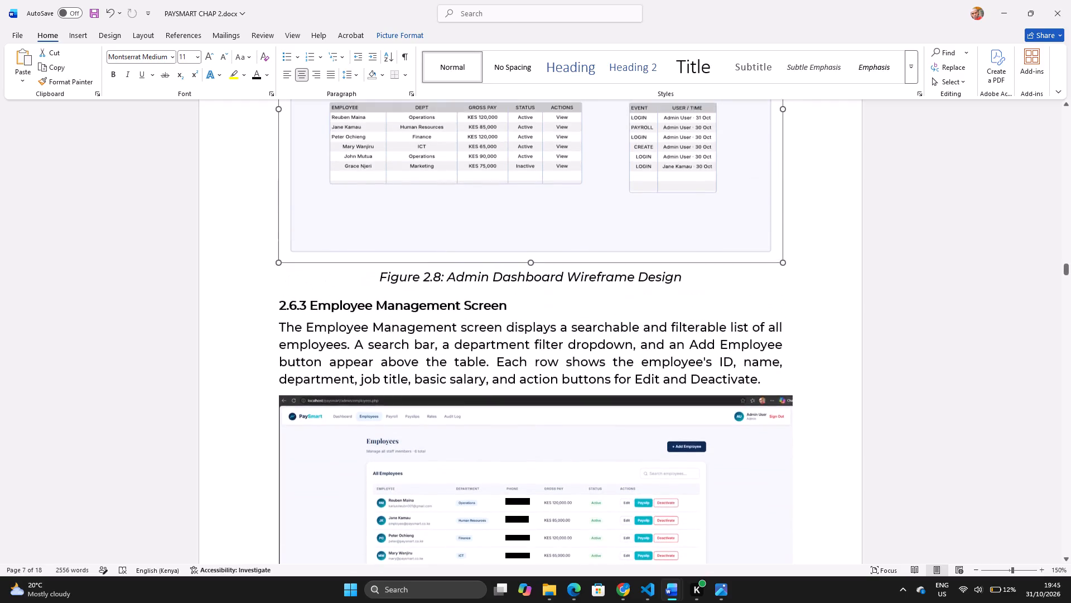
scroll(493, 283, down, 5)
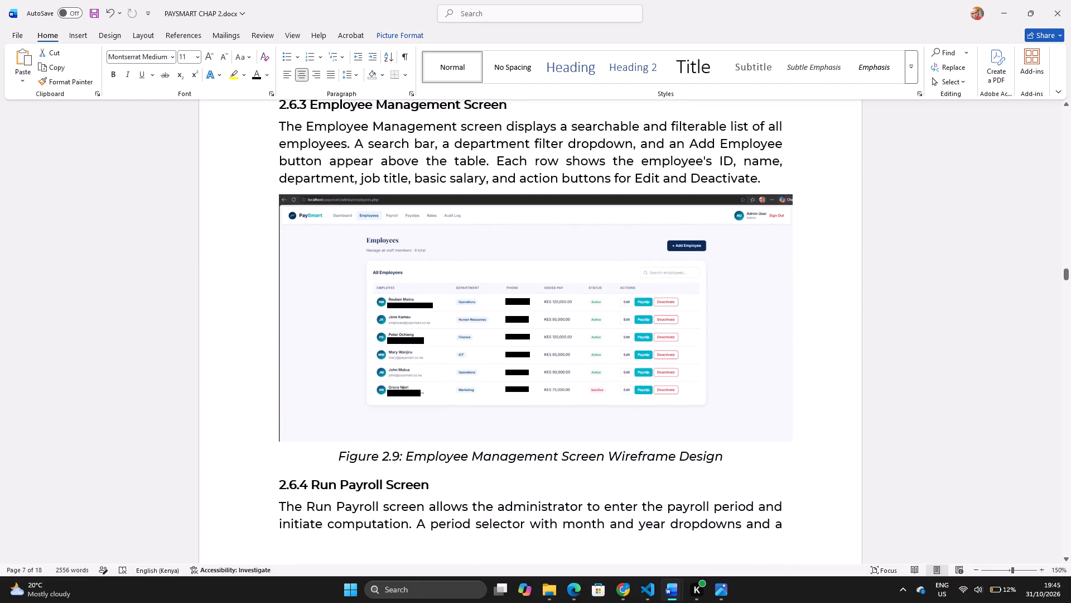
click(543, 318)
right_click(543, 318)
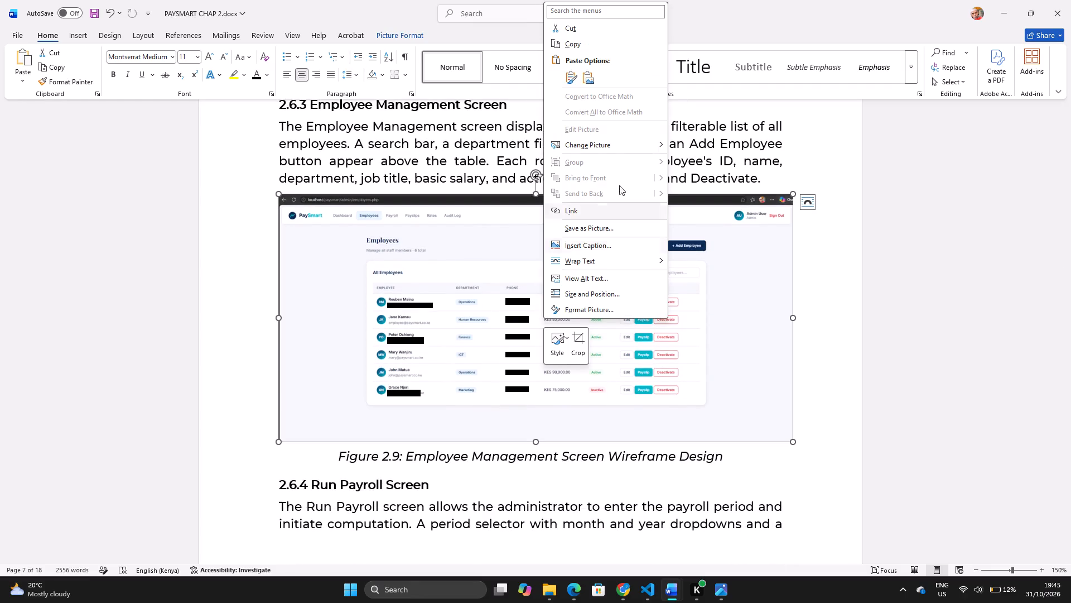
click(571, 42)
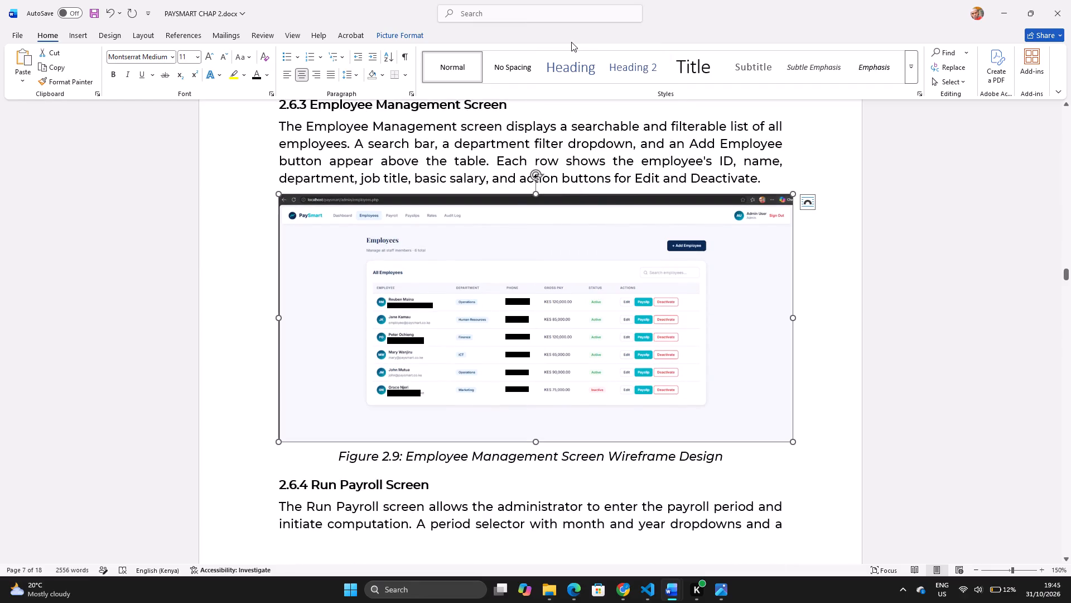
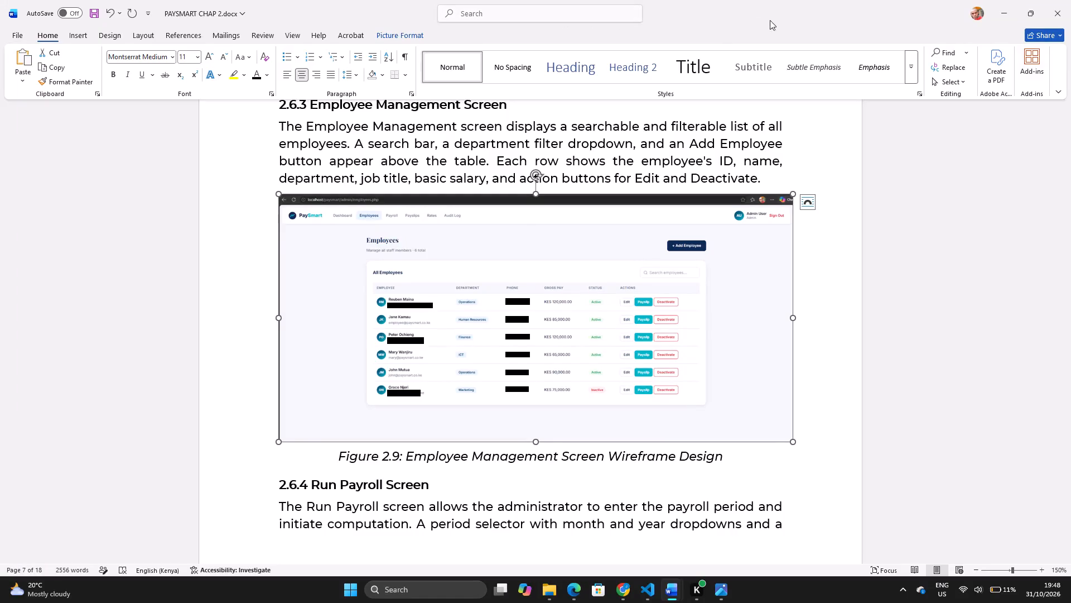
Copy the employee management screenshot above the Figure 2.9 caption again.
right_click(494, 342)
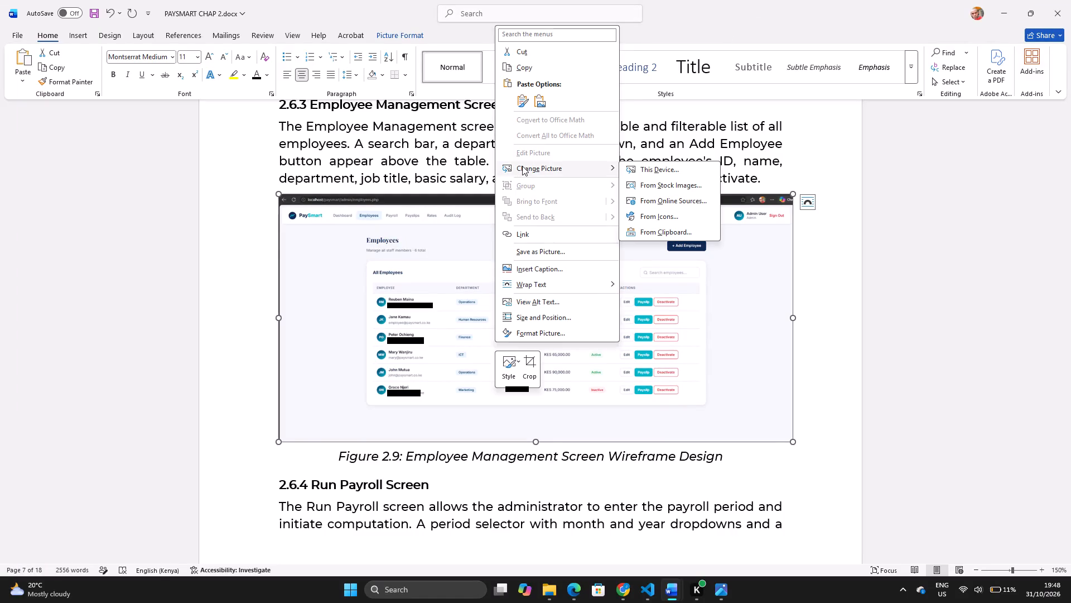
click(520, 68)
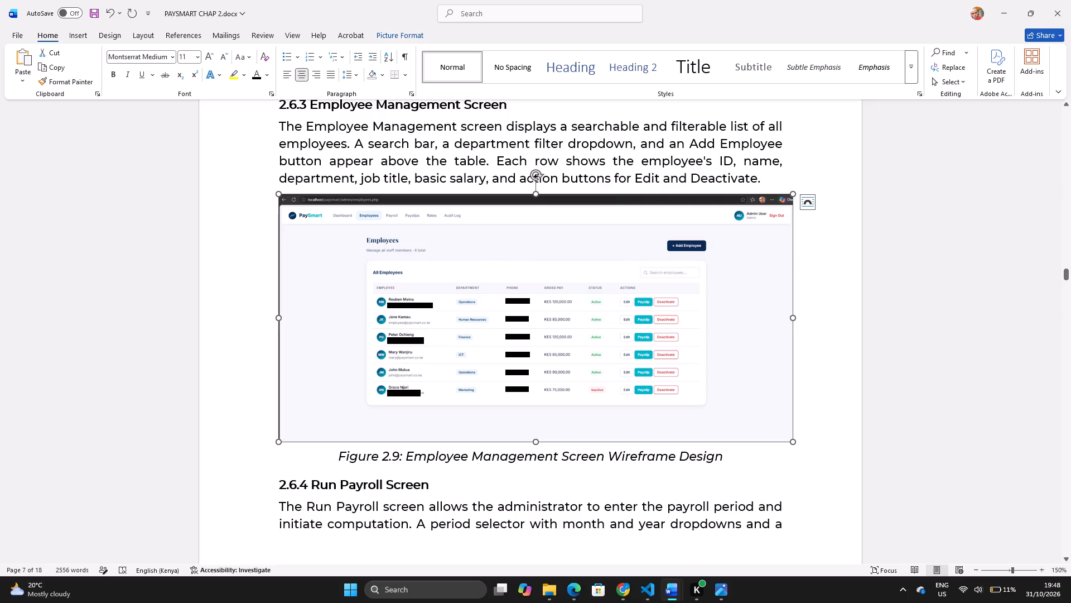